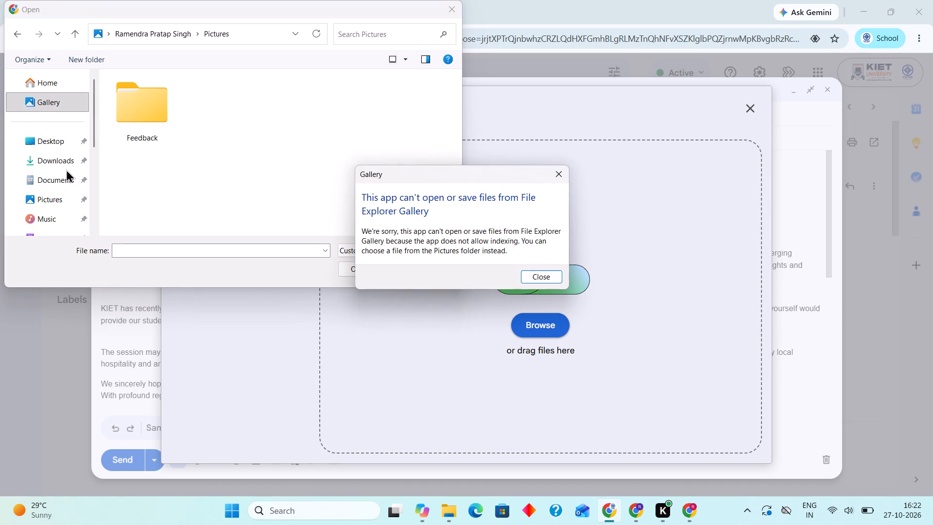
# Close the Gallery notice and browse to the Downloads folder for the image to insert in the invitation email.
pyautogui.keyDown('ctrl'); pyautogui.keyDown('shift'); pyautogui.click(64, 164); pyautogui.keyUp('shift'); pyautogui.keyUp('ctrl')
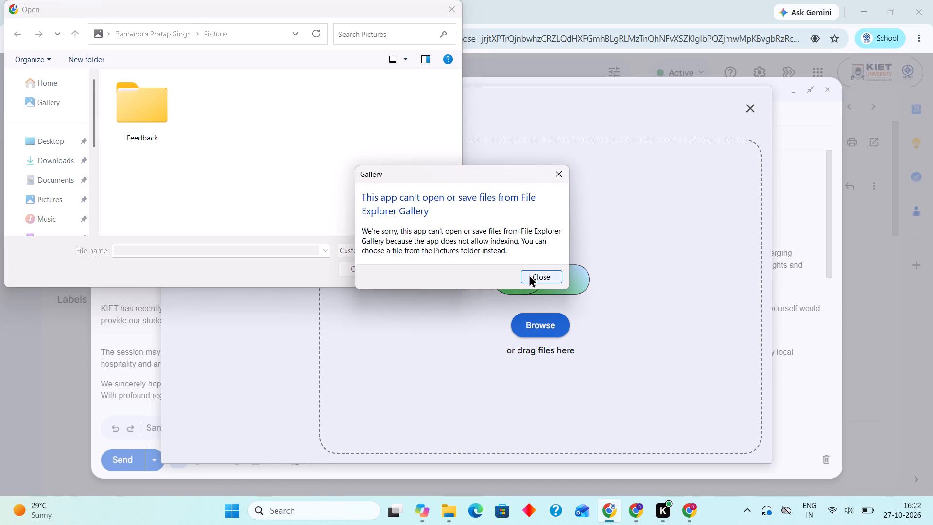
pyautogui.keyDown('ctrl'); pyautogui.keyDown('shift'); pyautogui.click(533, 274); pyautogui.keyUp('shift'); pyautogui.keyUp('ctrl')
pyautogui.keyDown('ctrl'); pyautogui.keyDown('shift'); pyautogui.click(52, 160); pyautogui.keyUp('shift'); pyautogui.keyUp('ctrl')
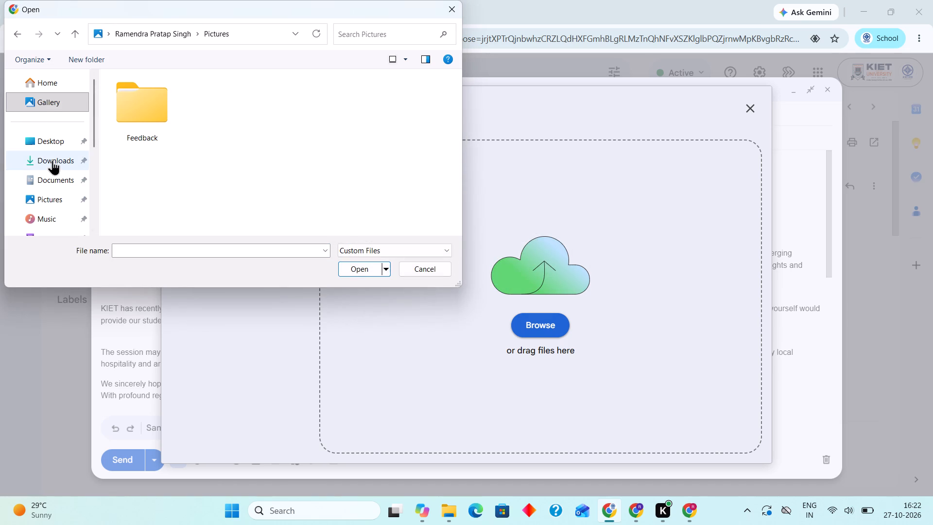
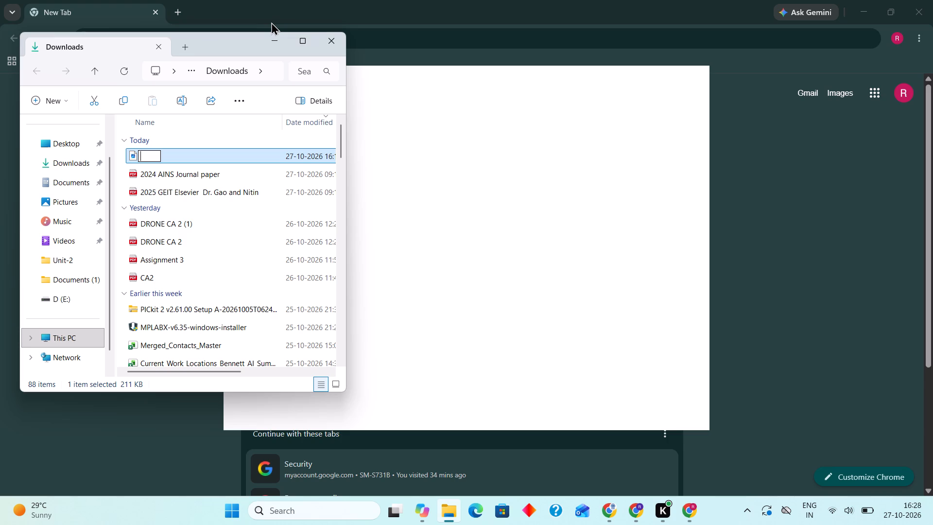
# Rename the most recently downloaded file in the Downloads folder as "IEEE STB KIET".
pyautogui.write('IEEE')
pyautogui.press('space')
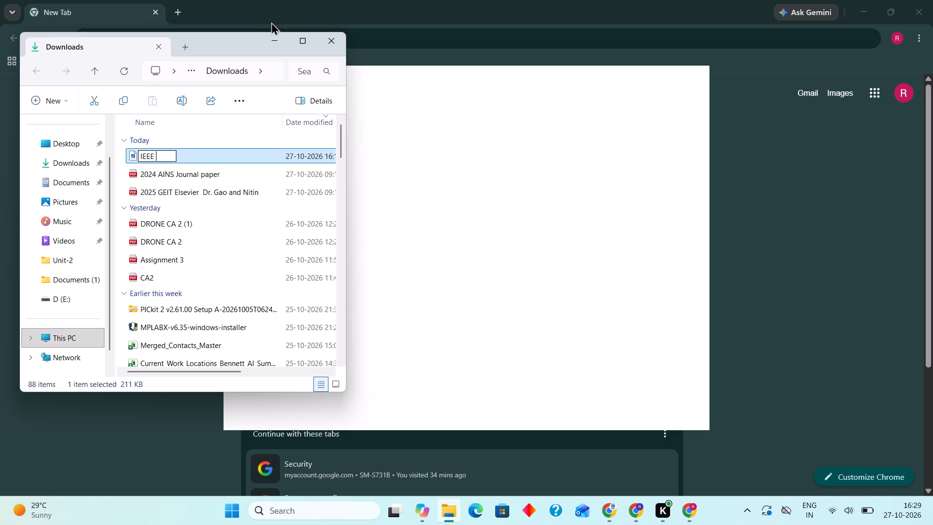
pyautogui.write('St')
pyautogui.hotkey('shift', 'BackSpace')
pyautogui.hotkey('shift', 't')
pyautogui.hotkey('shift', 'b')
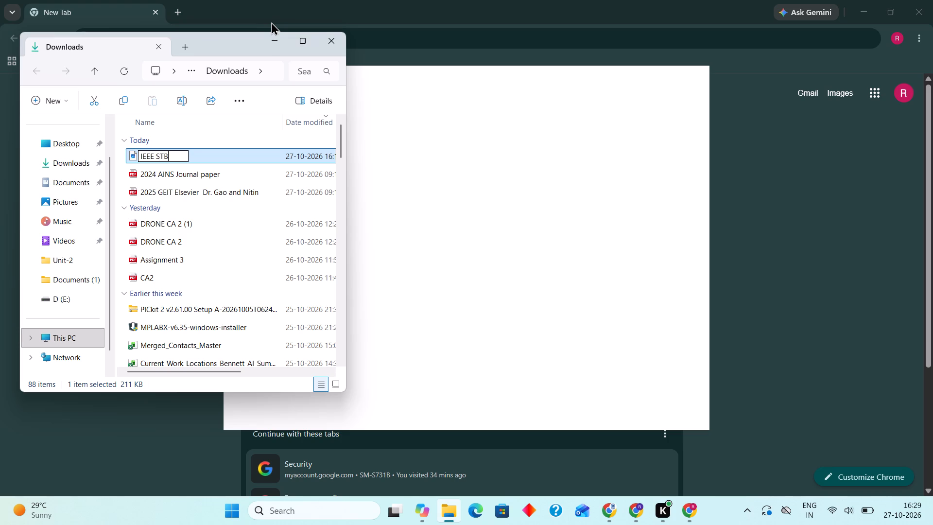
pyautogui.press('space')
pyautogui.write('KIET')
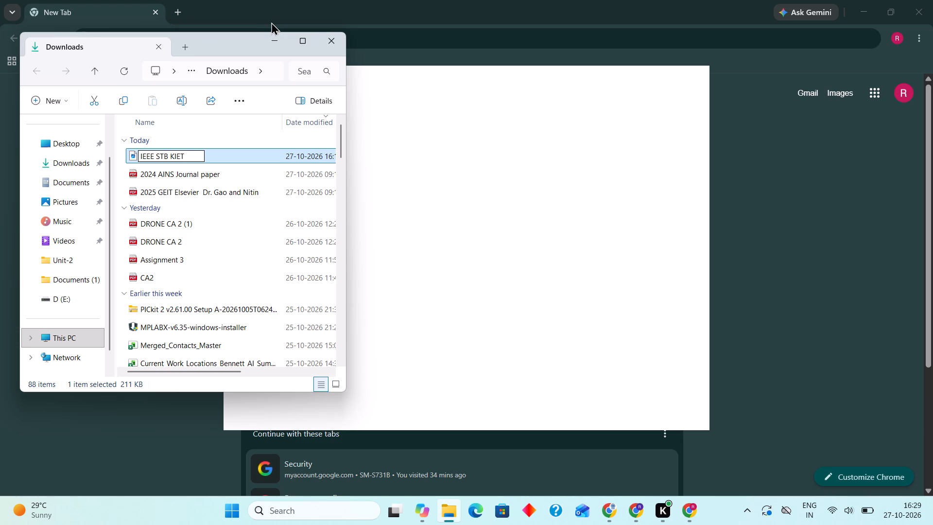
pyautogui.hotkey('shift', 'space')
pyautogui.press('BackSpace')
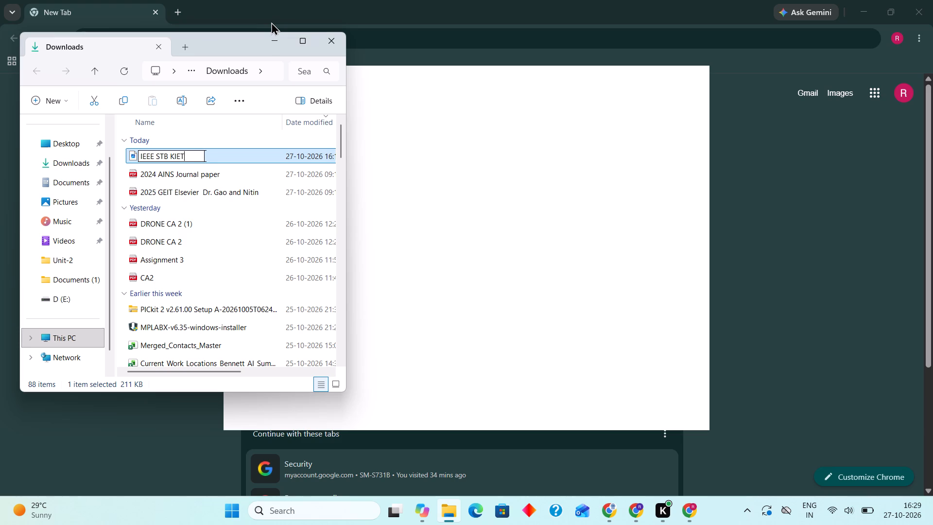
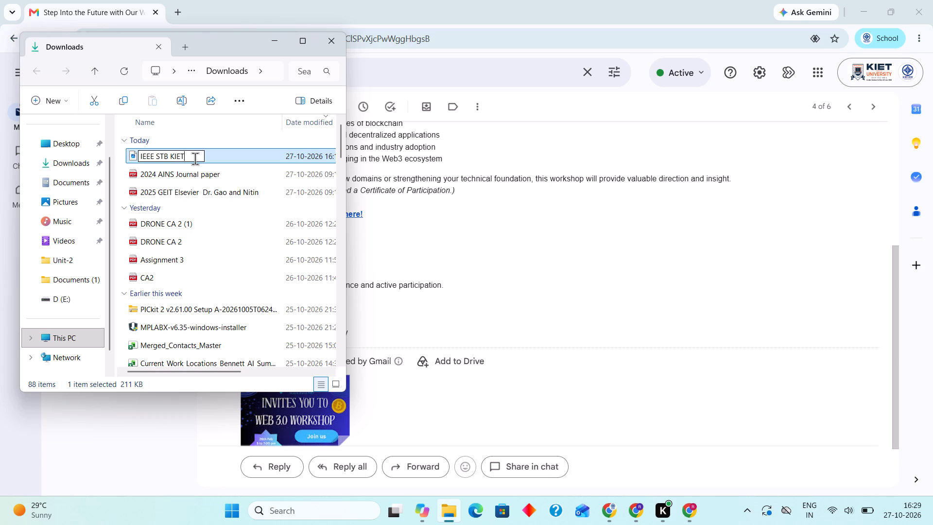
# Finish renaming the downloaded poster file as IEEE STB KIET Poster.
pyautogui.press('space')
# Complete the new name of the first file under Today in Downloads as IEEE STB KIET Poster.
pyautogui.press('p')
pyautogui.press('BackSpace')
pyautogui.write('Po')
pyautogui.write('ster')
pyautogui.click(229, 158)
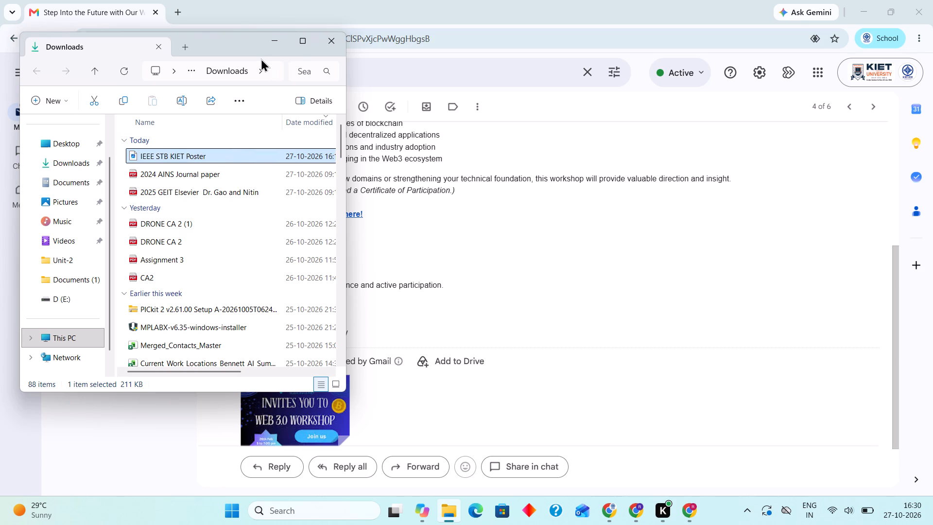
# Remove STB from the poster's file name so that it reads IEEE KIET Poster.
pyautogui.click(167, 153)
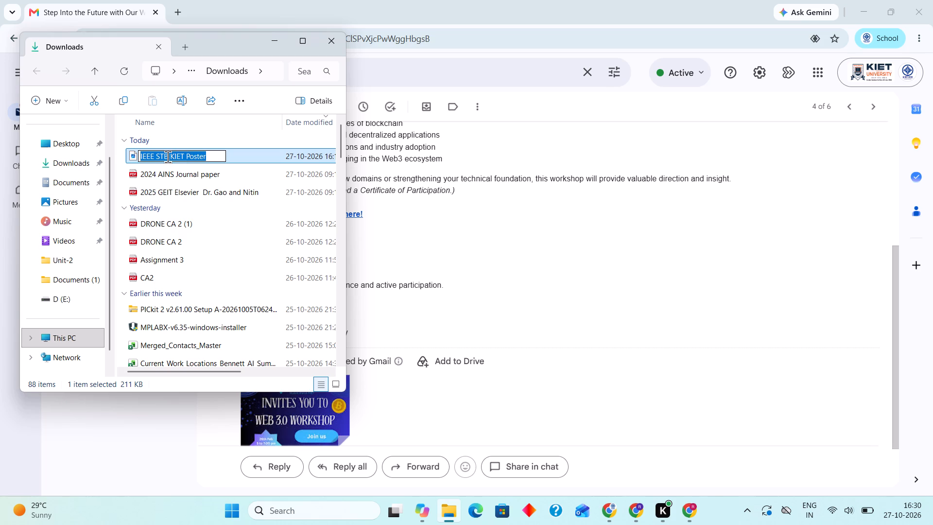
pyautogui.click(167, 157)
pyautogui.press('BackSpace')
pyautogui.press('BackSpace')
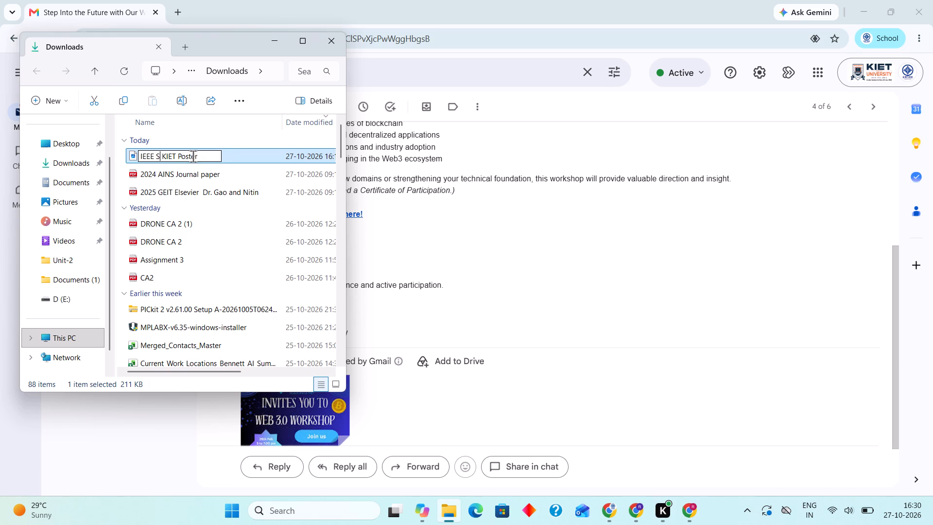
pyautogui.press('BackSpace')
pyautogui.press('BackSpace')
pyautogui.click(199, 157)
pyautogui.click(243, 53)
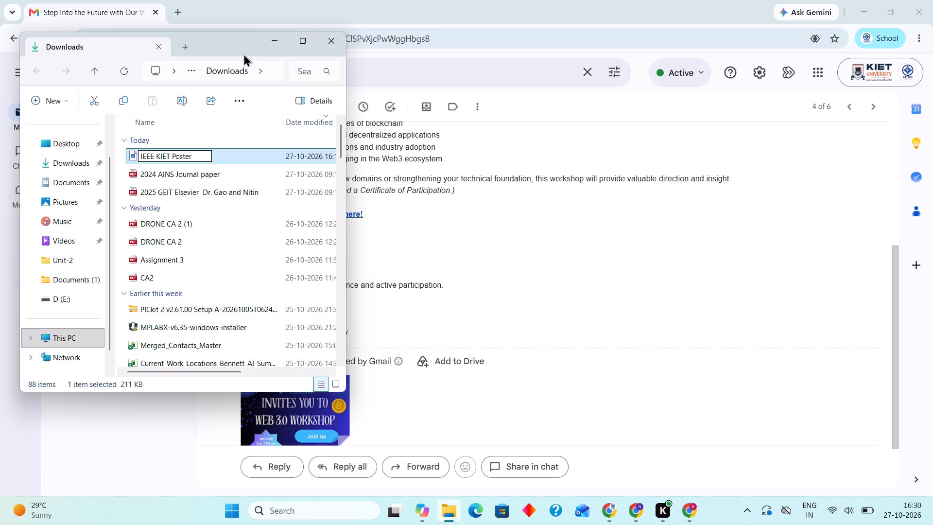
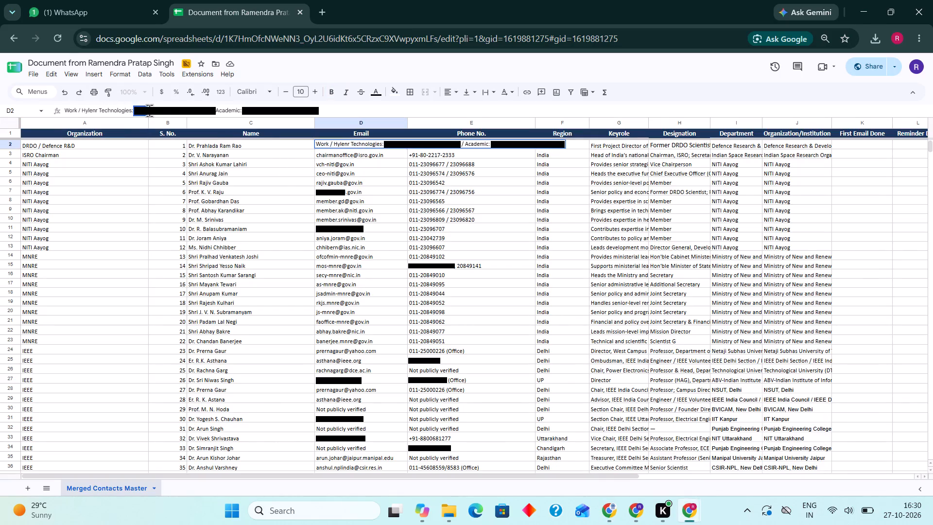
# Copy the speaker's work email address from the Email cell of the DRDO / Defence R&D row in the contacts spreadsheet.
pyautogui.moveTo(149, 110); pyautogui.dragTo(191, 109)
pyautogui.hotkey('ctrl', 'c')
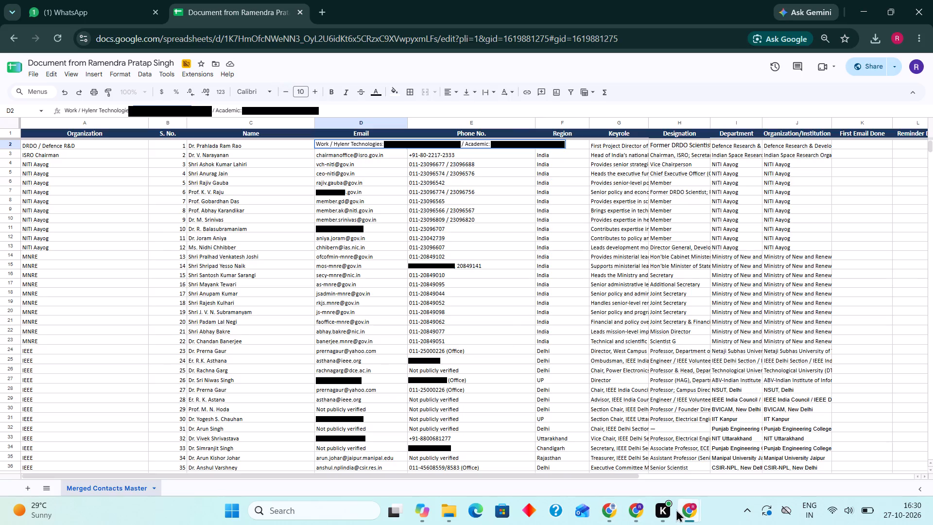
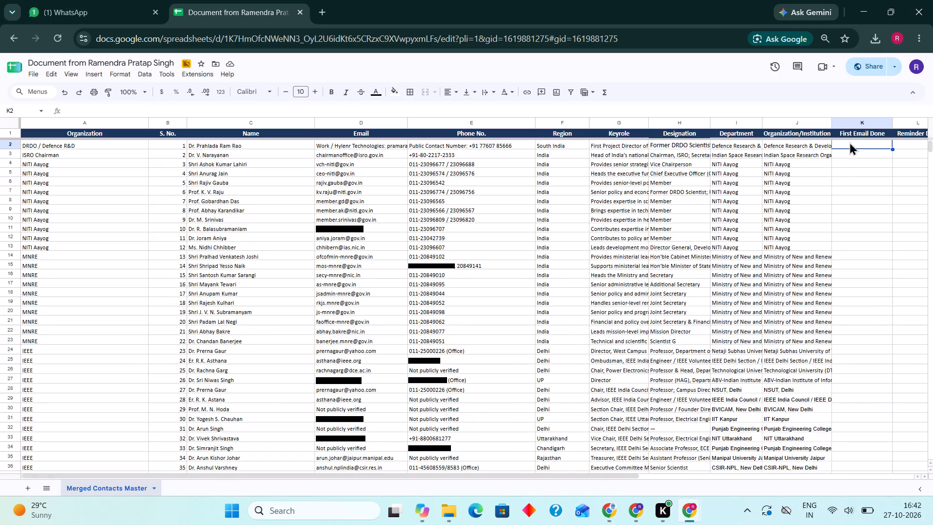
# Enter Done under First Email Done in the DRDO / Defence R&D contact's row of the contacts spreadsheet.
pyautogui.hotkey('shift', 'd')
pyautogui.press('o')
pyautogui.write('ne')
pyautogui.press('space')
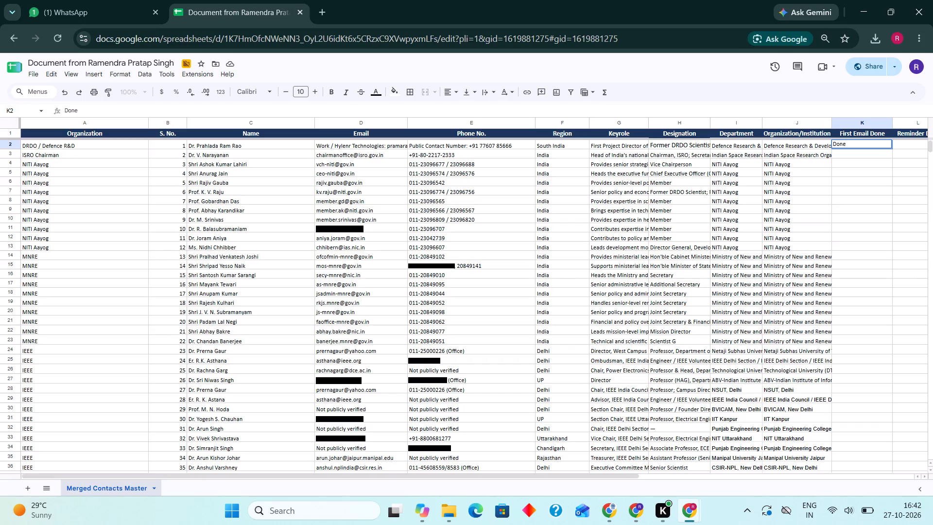
# Complete the First Email Done entry in the DRDO / Defence R&D row as Done (27/10/2026).
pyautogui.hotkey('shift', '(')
pyautogui.write('27')
pyautogui.press('/')
pyautogui.write('10/')
pyautogui.write('2026')
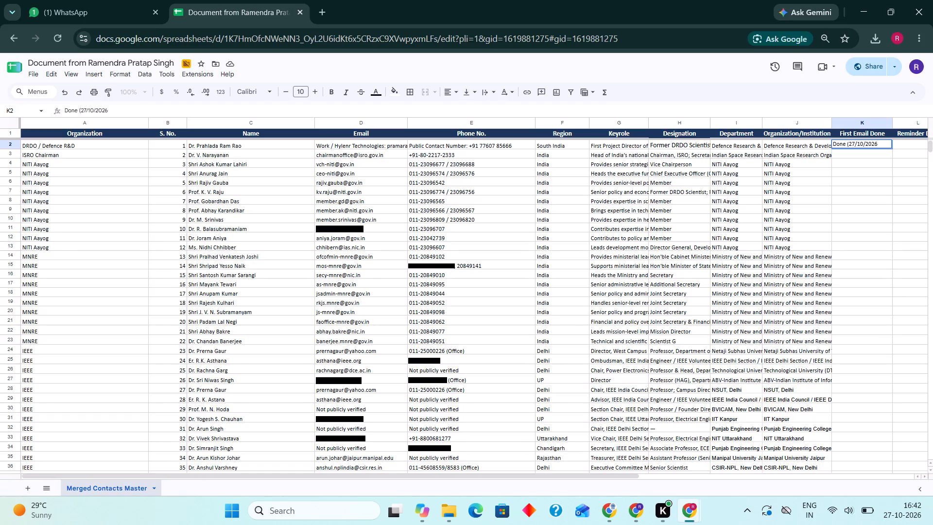
pyautogui.hotkey('shift', ')')
# Copy the full text Done (27/10/2026) from the First Email Done cell in the DRDO / Defence R&D row.
pyautogui.moveTo(881, 144); pyautogui.dragTo(835, 144)
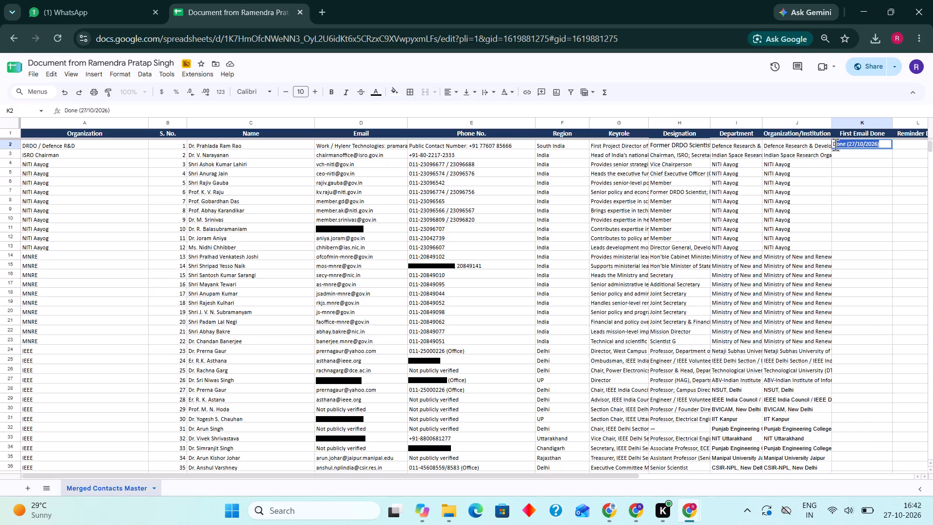
pyautogui.moveTo(835, 144); pyautogui.dragTo(834, 143)
pyautogui.hotkey('ctrl', 'c')
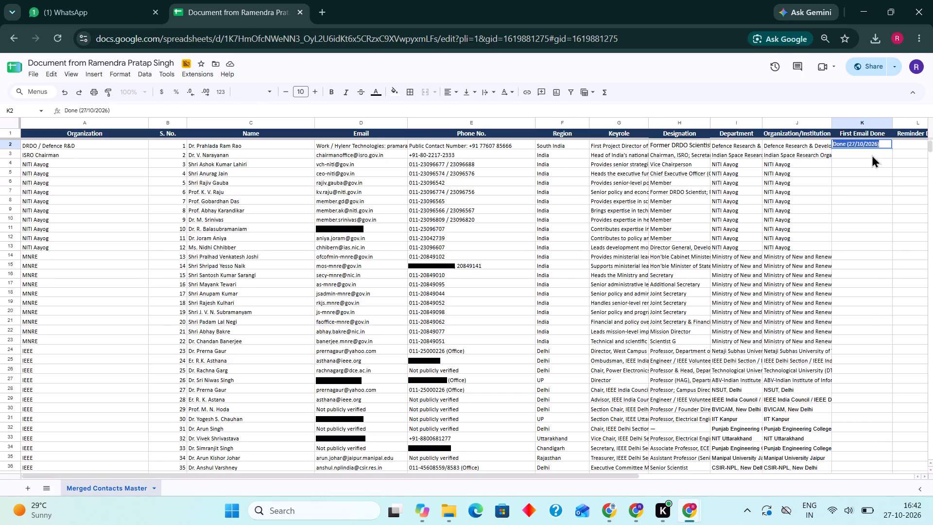
# Fill First Email Done with the copied Done (27/10/2026) for the ISRO Chairman row and the first NITI Aayog row.
pyautogui.click(872, 153)
pyautogui.hotkey('ctrl', 'v')
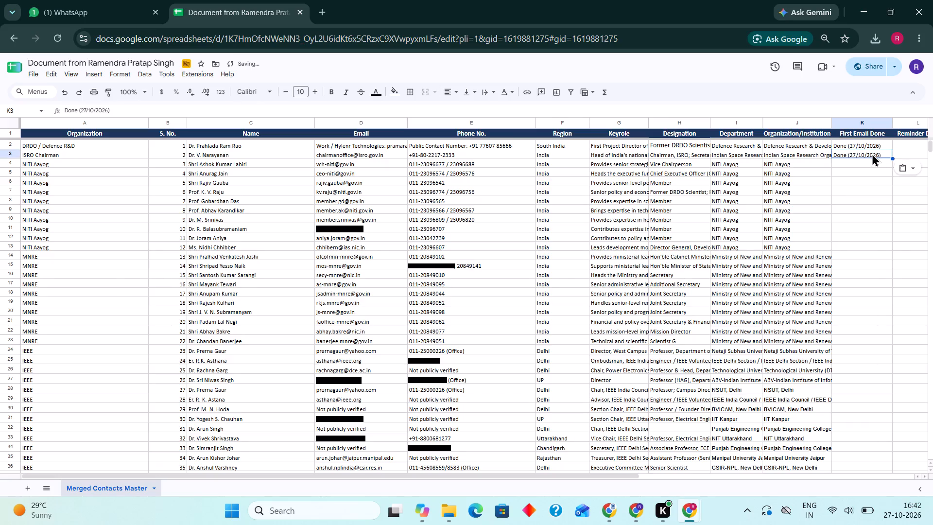
pyautogui.click(857, 162)
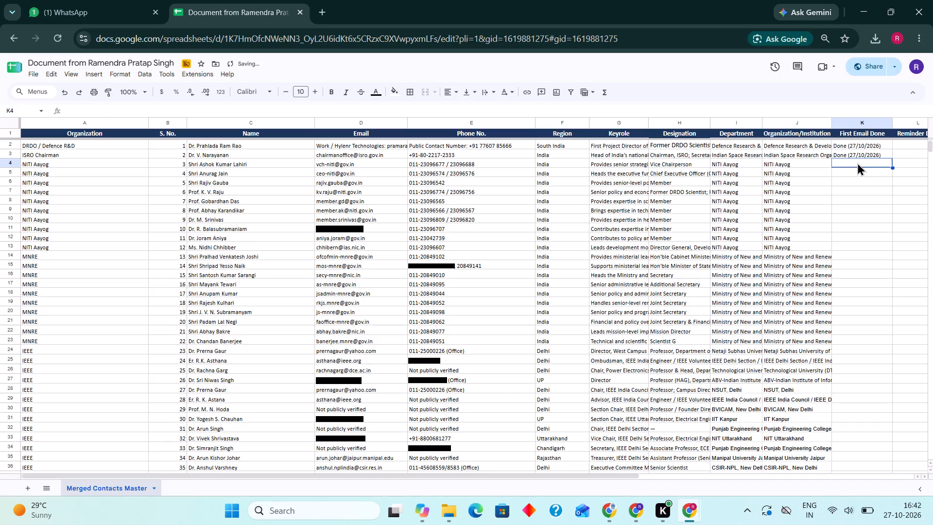
pyautogui.hotkey('ctrl', 'v')
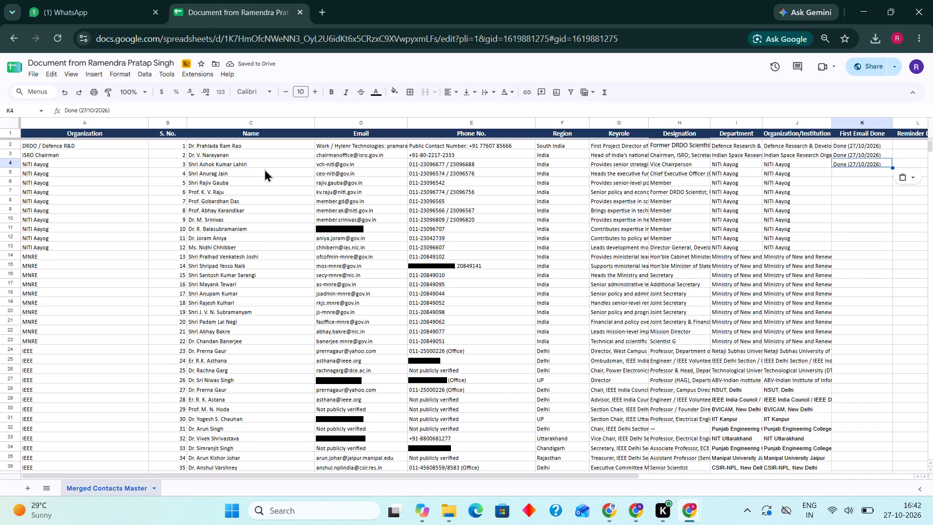
# Copy the email address of the Vice Chairperson in the first NITI Aayog row.
pyautogui.moveTo(315, 163); pyautogui.dragTo(340, 163)
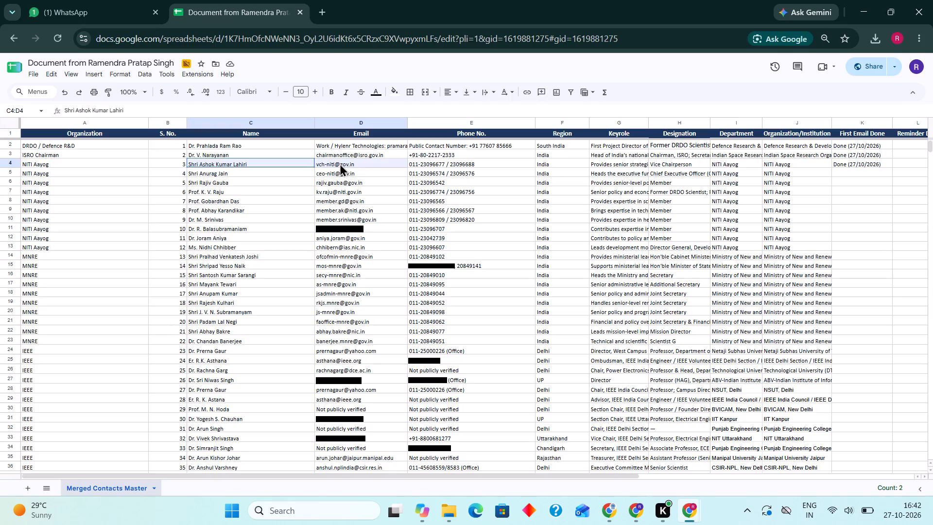
pyautogui.moveTo(340, 163); pyautogui.dragTo(339, 162)
pyautogui.click(339, 162)
pyautogui.hotkey('ctrl', 'c')
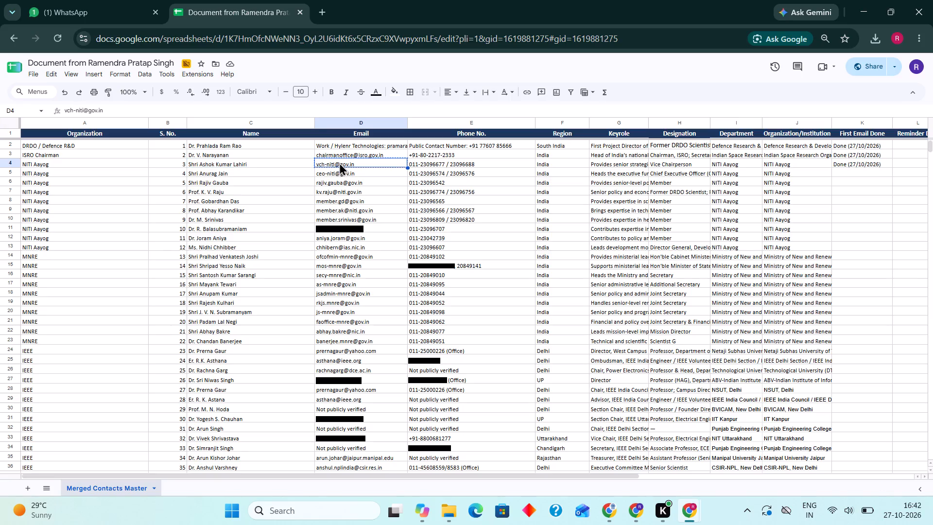
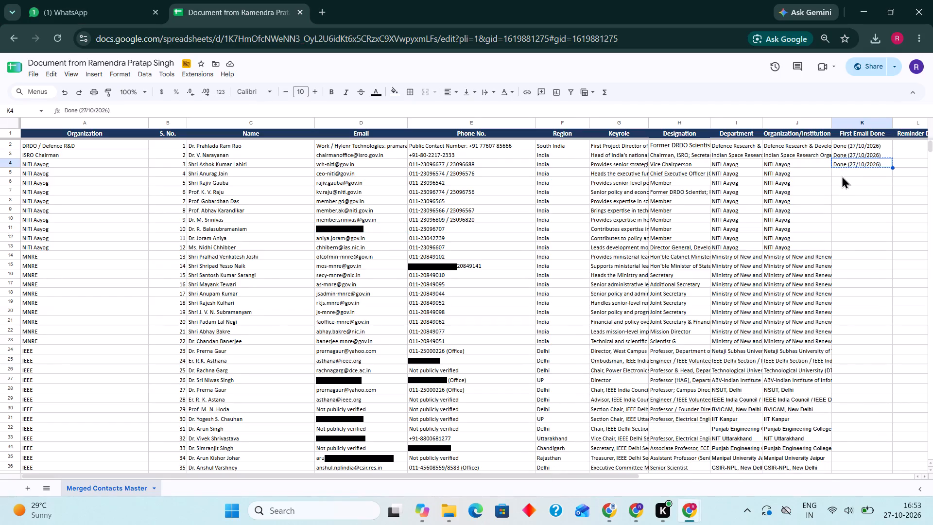
# Paste Done (27/10/2026) into the First Email Done cells of the NITI Aayog contacts with S. No. 4 through 10.
pyautogui.click(841, 175)
pyautogui.hotkey('ctrl', 'v')
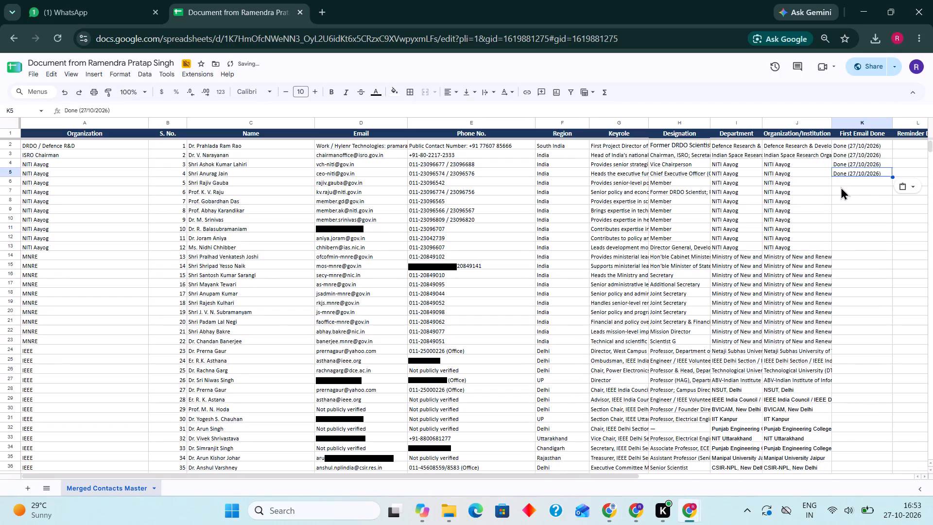
pyautogui.keyDown('ctrl'); pyautogui.click(839, 178); pyautogui.keyUp('ctrl')
pyautogui.hotkey('ctrl', 'v')
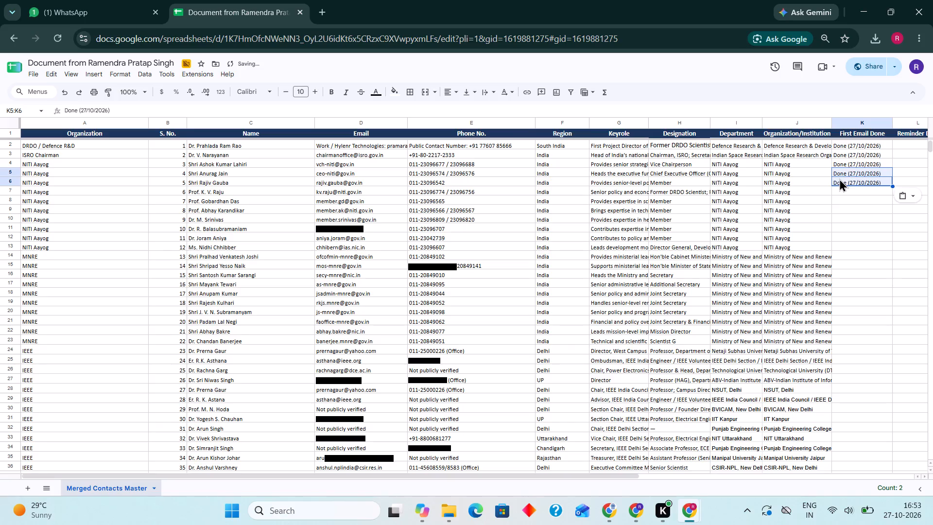
pyautogui.keyDown('ctrl'); pyautogui.click(839, 190); pyautogui.keyUp('ctrl')
pyautogui.hotkey('ctrl', 'v')
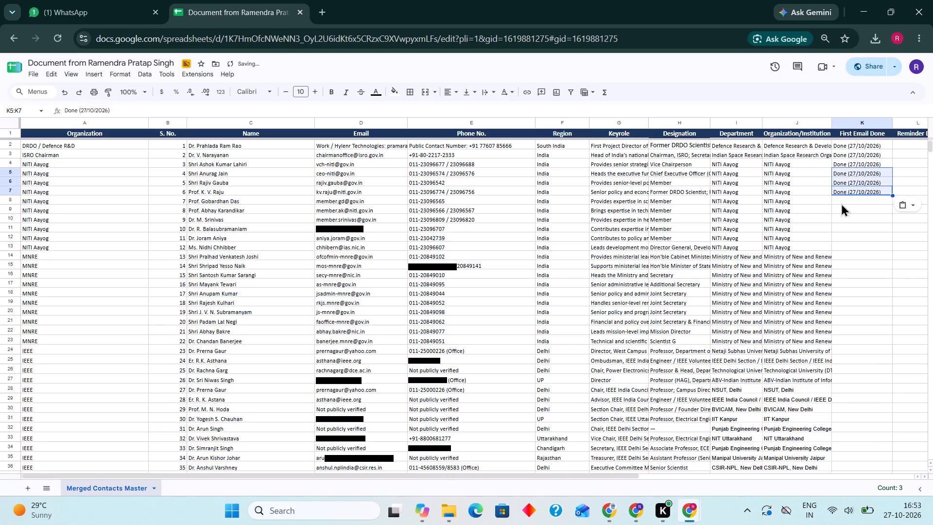
pyautogui.keyDown('ctrl'); pyautogui.click(841, 199); pyautogui.keyUp('ctrl')
pyautogui.hotkey('ctrl', 'v')
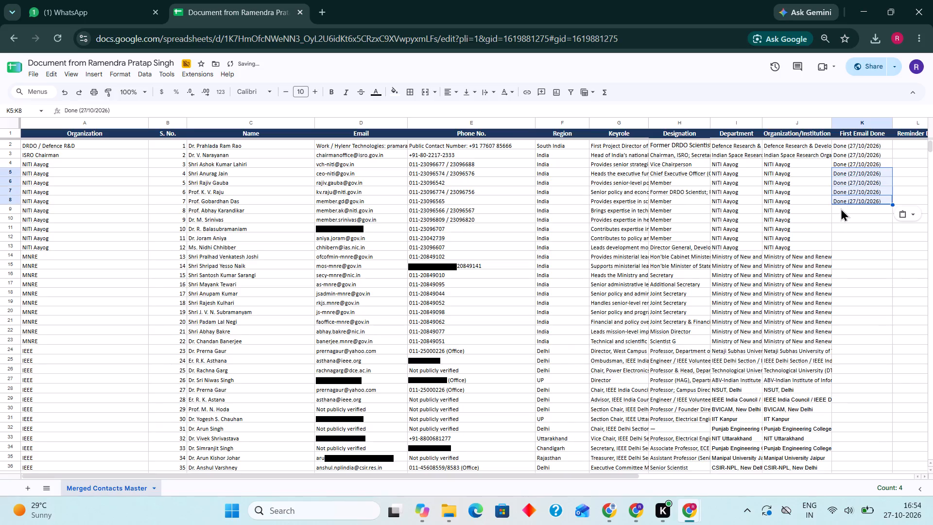
pyautogui.keyDown('ctrl'); pyautogui.click(841, 208); pyautogui.keyUp('ctrl')
pyautogui.hotkey('ctrl', 'v')
pyautogui.keyDown('ctrl'); pyautogui.click(841, 218); pyautogui.keyUp('ctrl')
pyautogui.hotkey('ctrl', 'v')
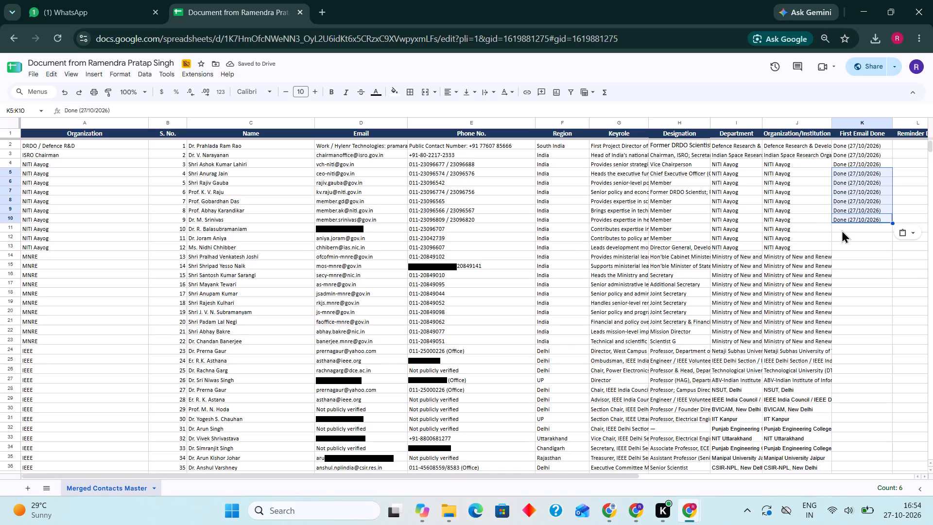
pyautogui.keyDown('ctrl'); pyautogui.click(842, 226); pyautogui.keyUp('ctrl')
pyautogui.hotkey('ctrl', 'v')
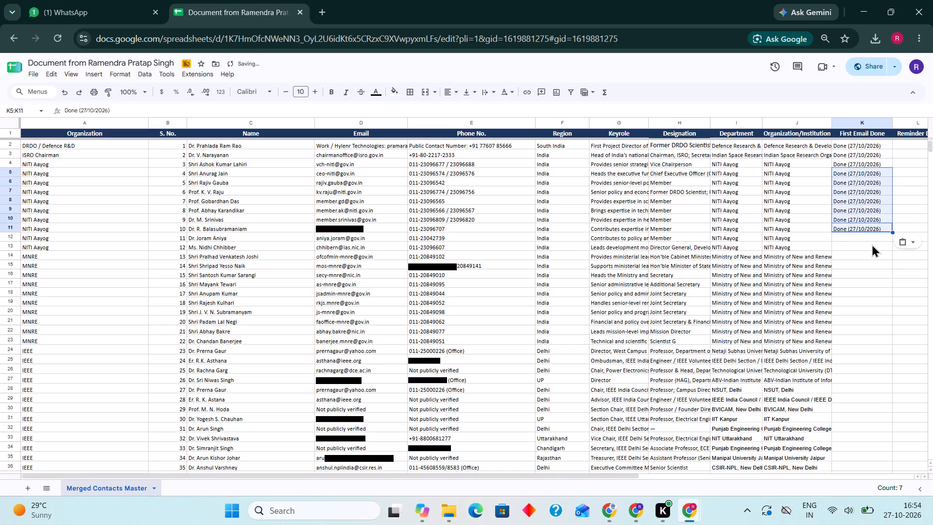
pyautogui.click(873, 248)
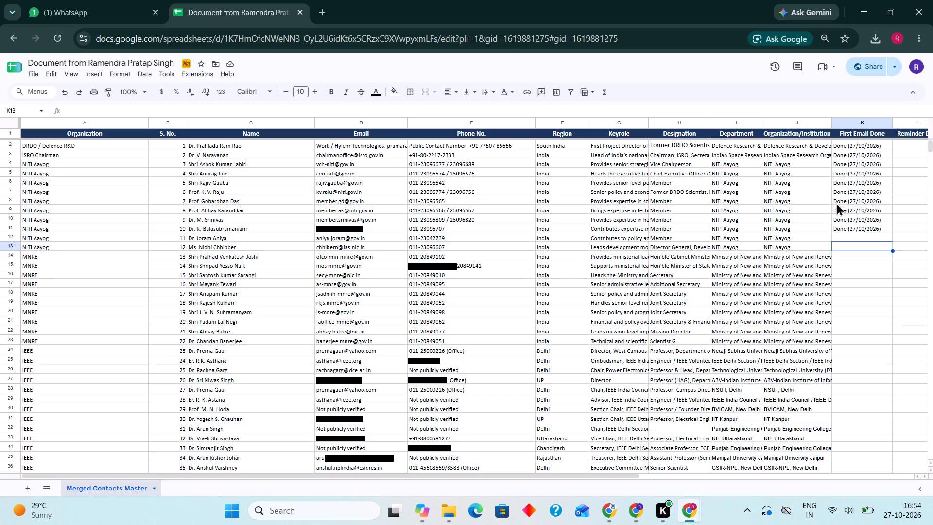
# Look through the remaining contacts in the Merged Contacts Master sheet down to the end of the list and return to the top.
pyautogui.scroll(-4, 842, 330)
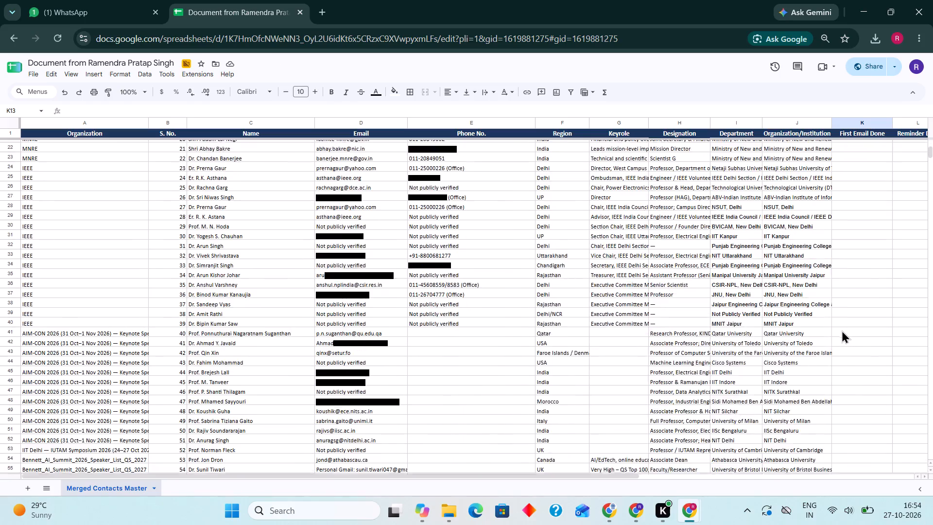
pyautogui.scroll(-6, 842, 330)
pyautogui.scroll(9, 842, 330)
pyautogui.scroll(-6, 842, 330)
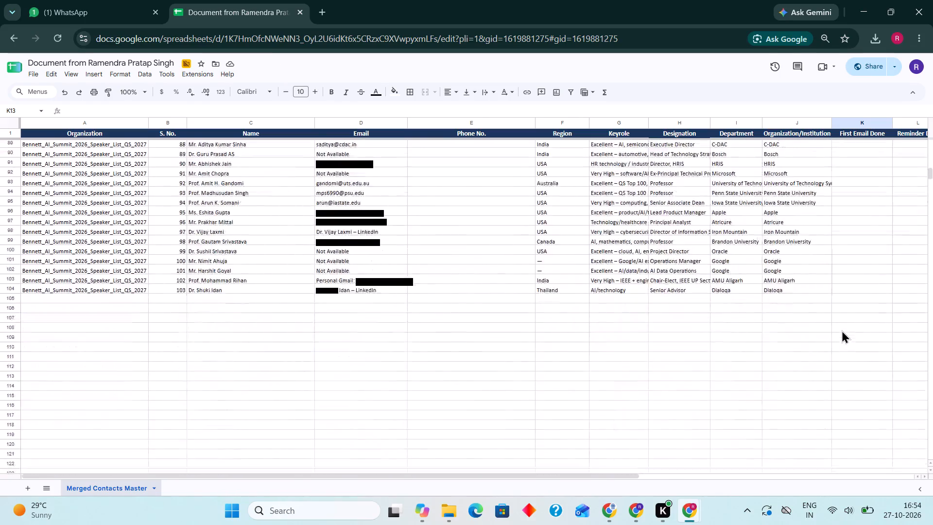
pyautogui.scroll(-15, 842, 330)
pyautogui.scroll(10, 842, 330)
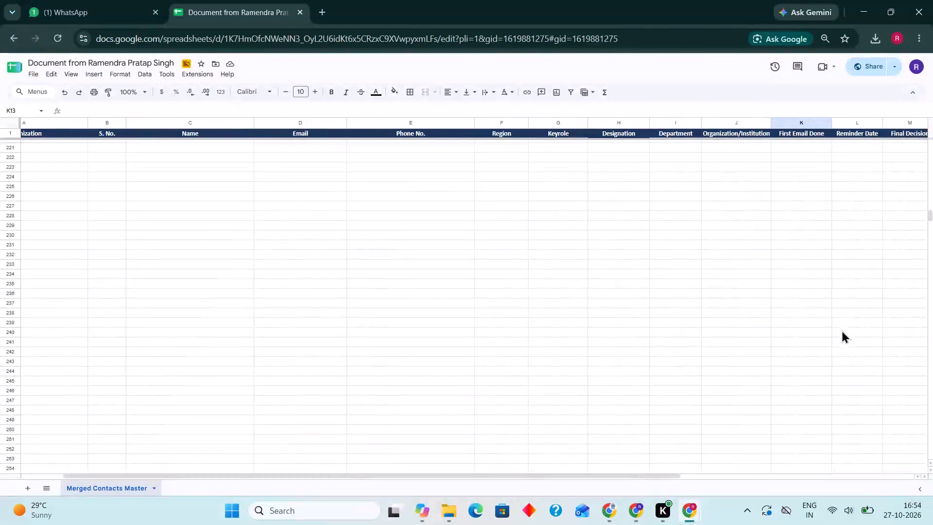
pyautogui.hscroll(7, 842, 330)
pyautogui.scroll(17, 842, 330)
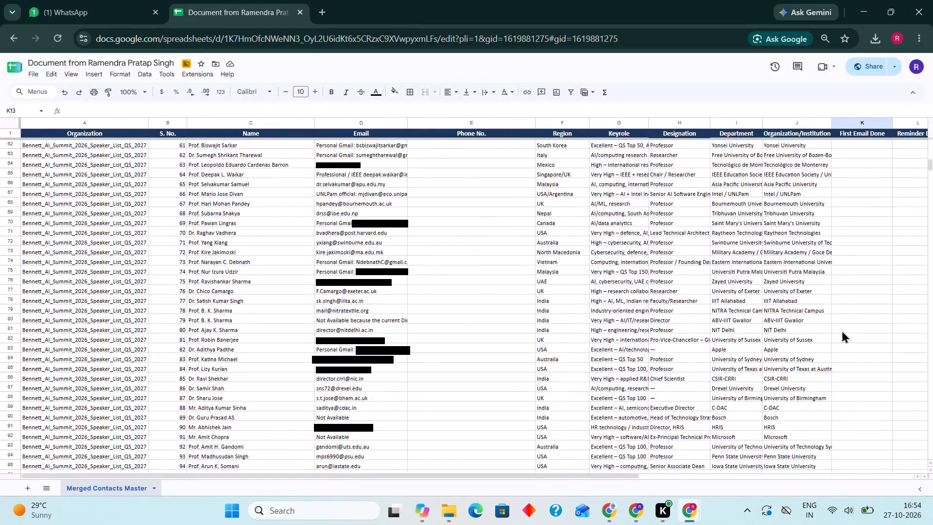
pyautogui.scroll(7, 842, 330)
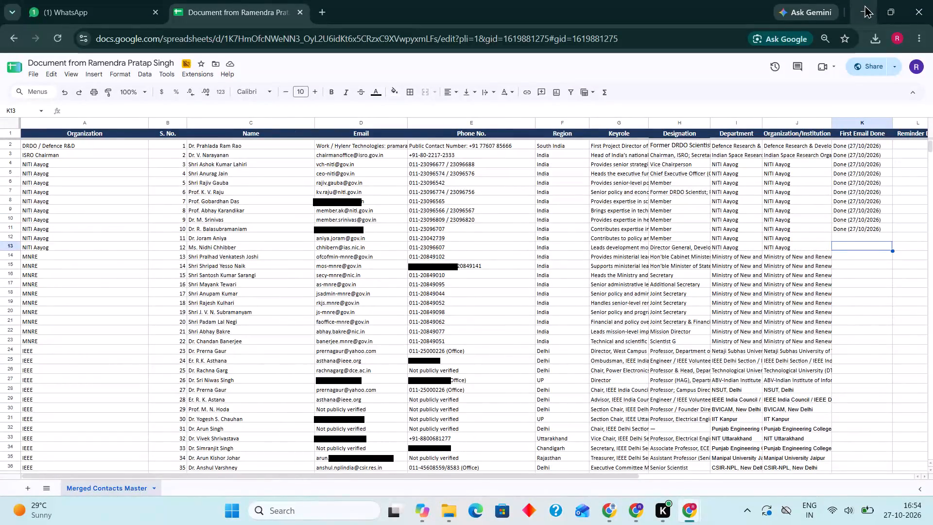